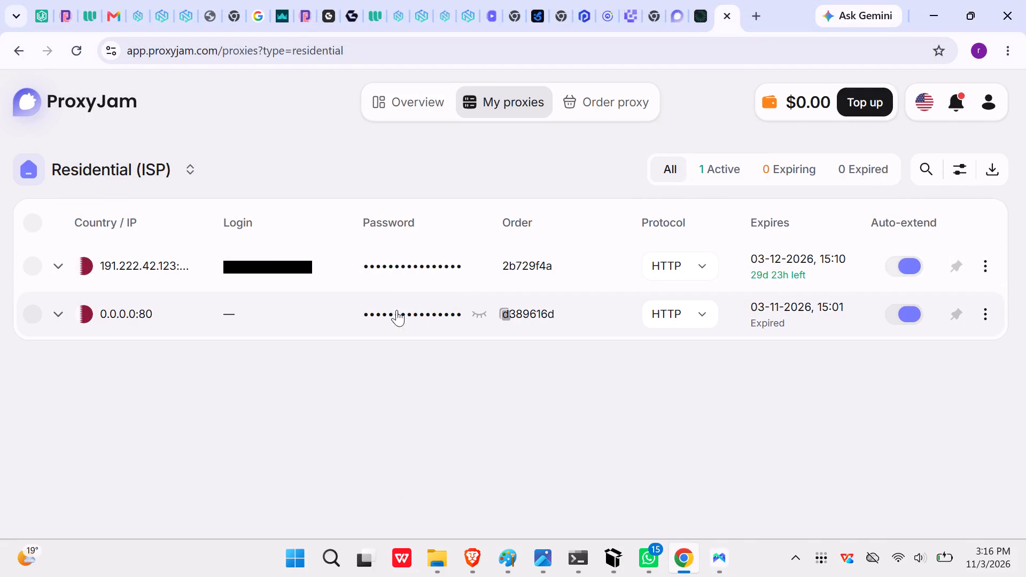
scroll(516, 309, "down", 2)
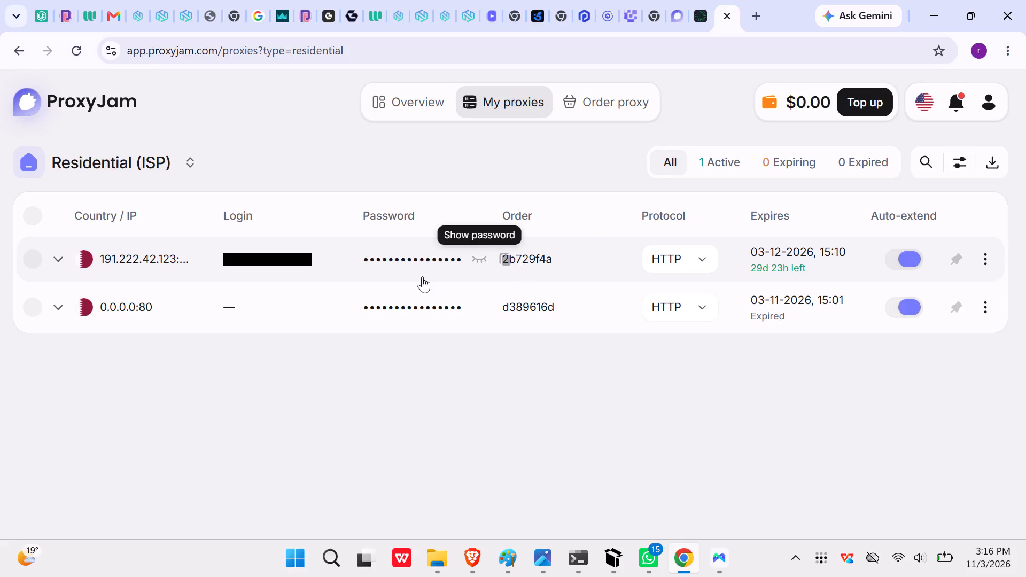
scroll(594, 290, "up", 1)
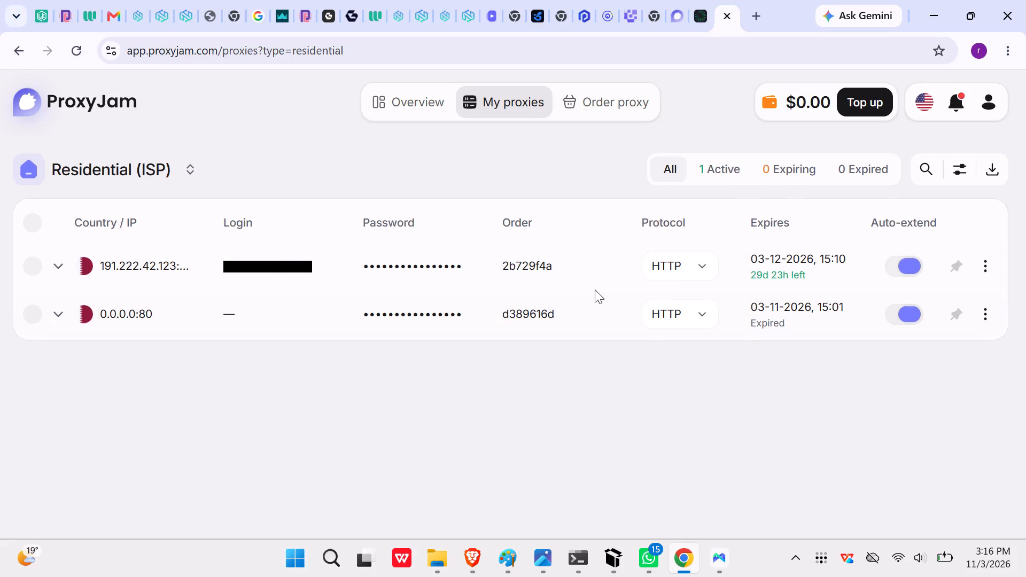
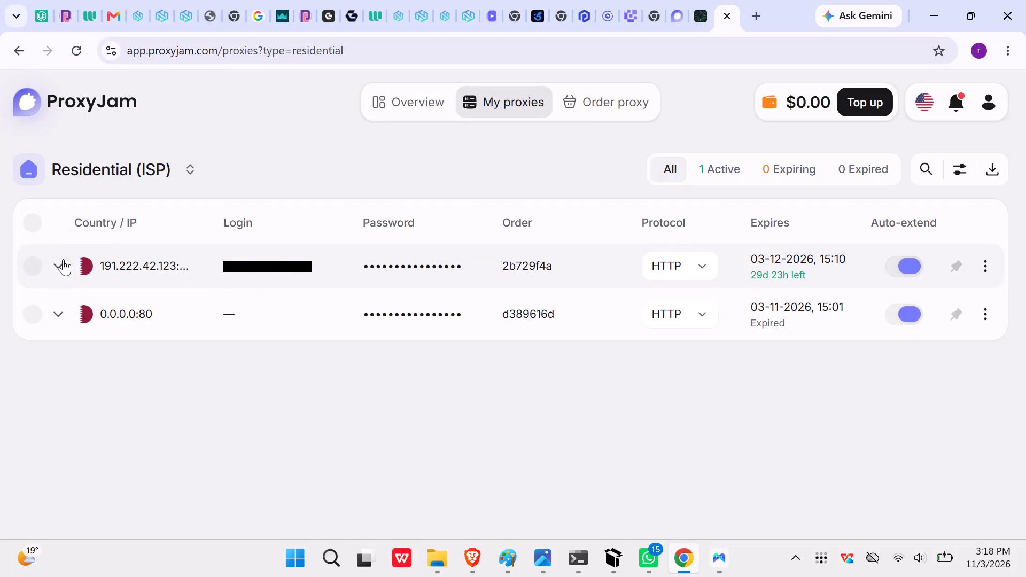
Expand the details of both residential (ISP) proxies to view their ISP and proxy type.
left_click(63, 260)
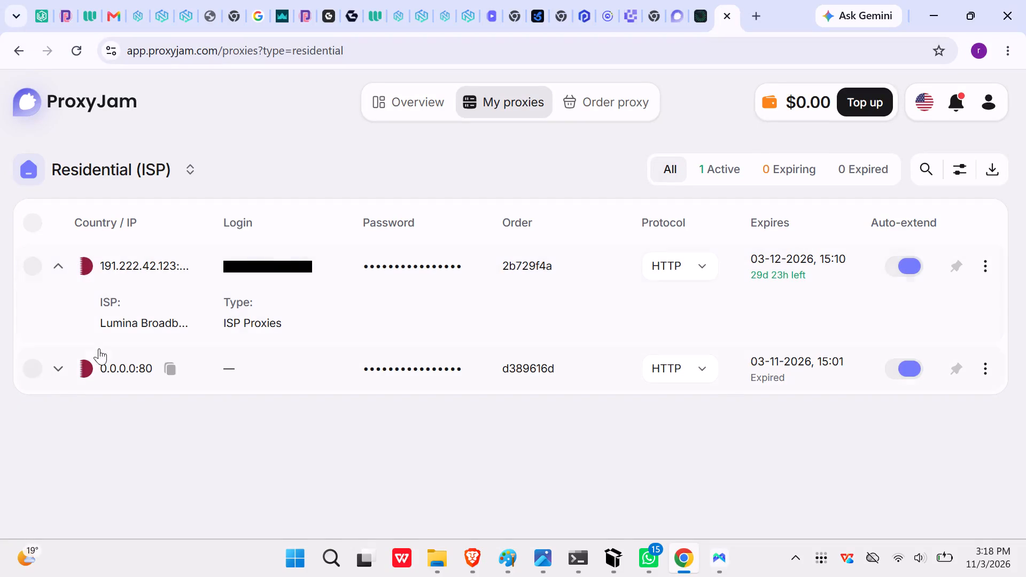
left_click(56, 367)
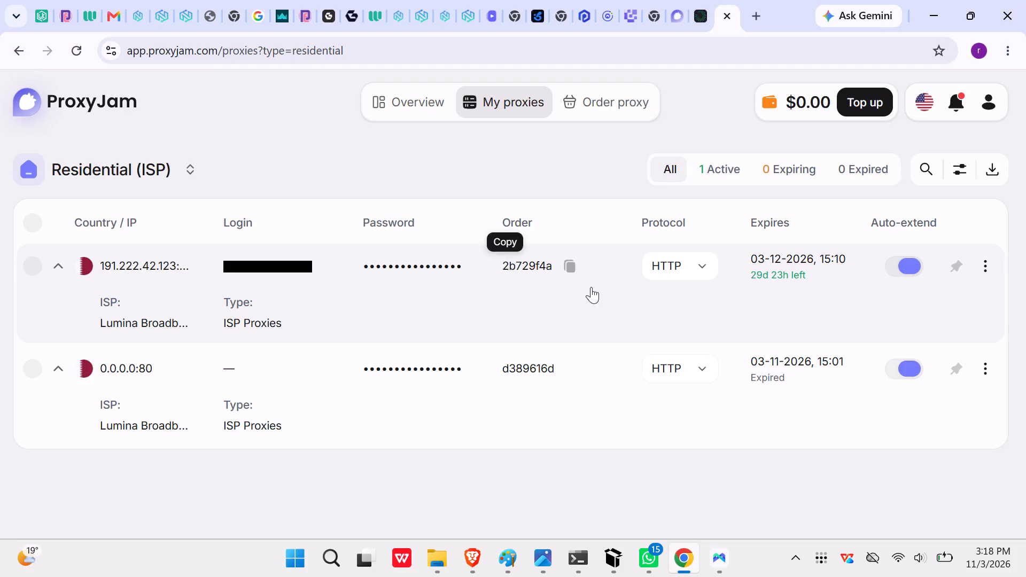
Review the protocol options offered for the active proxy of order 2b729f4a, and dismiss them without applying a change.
left_click(694, 263)
left_click(699, 264)
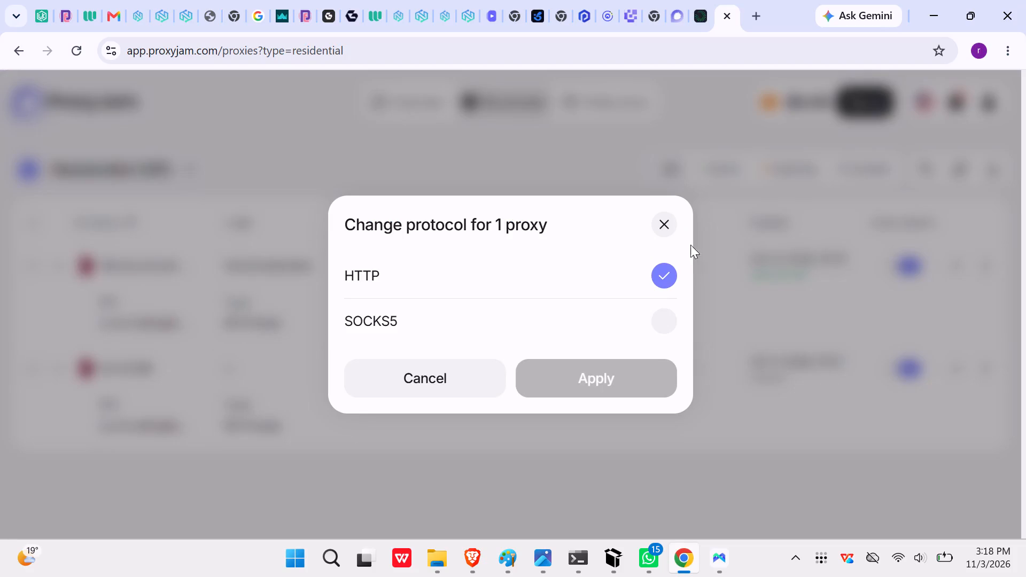
left_click(671, 226)
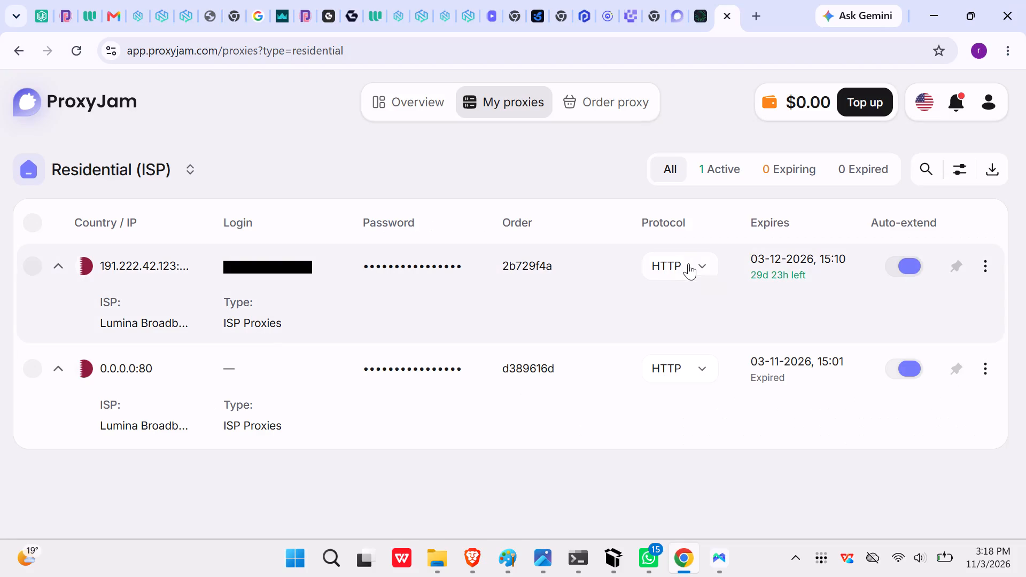
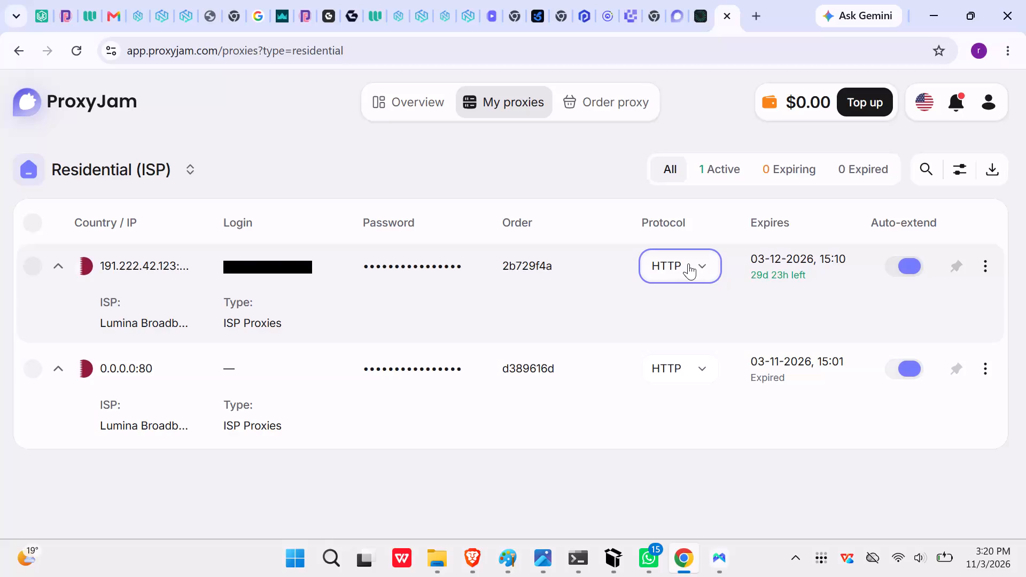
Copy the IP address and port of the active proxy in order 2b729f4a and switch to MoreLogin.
key("equal")
key("ctrl+equal")
key("equal")
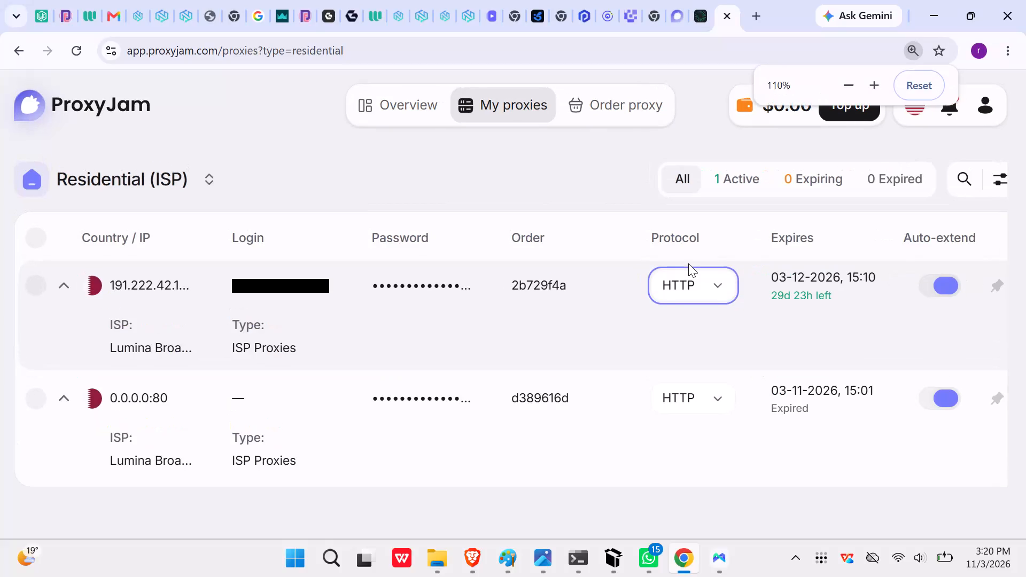
key("ctrl+equal")
key("equal")
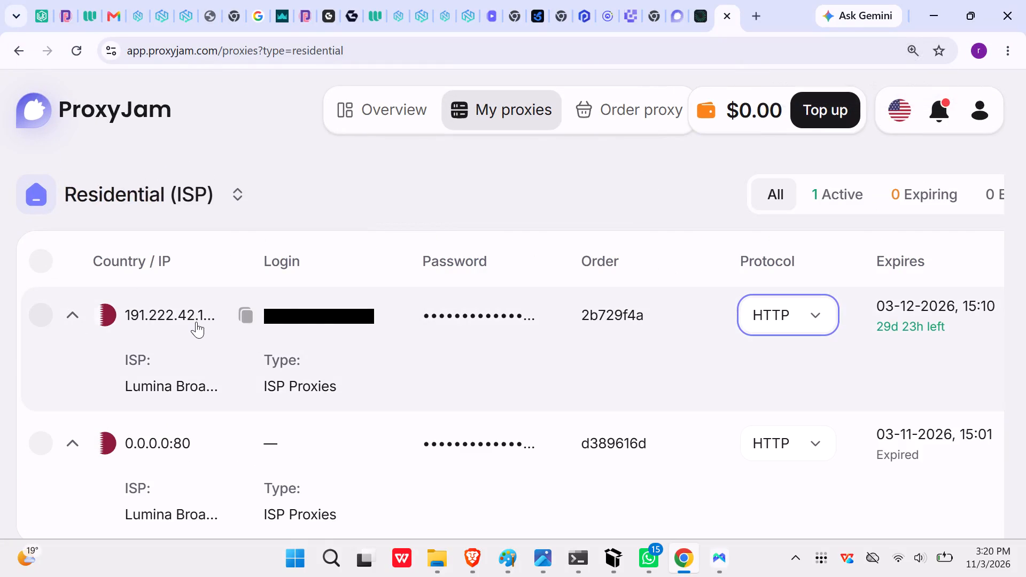
scroll(200, 321, "up", 2)
scroll(200, 321, "down", 1)
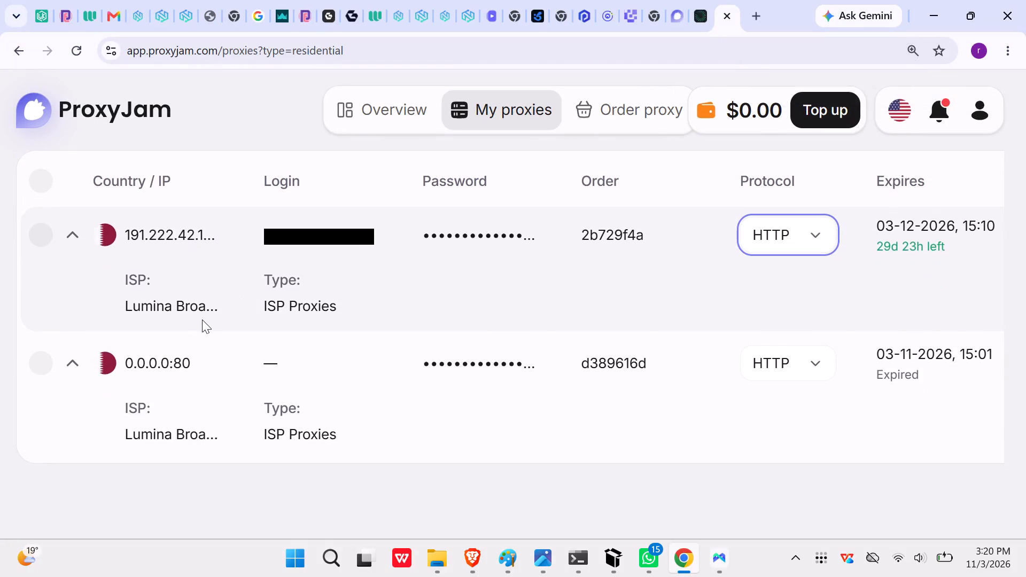
scroll(202, 319, "up", 1)
double_click(236, 319)
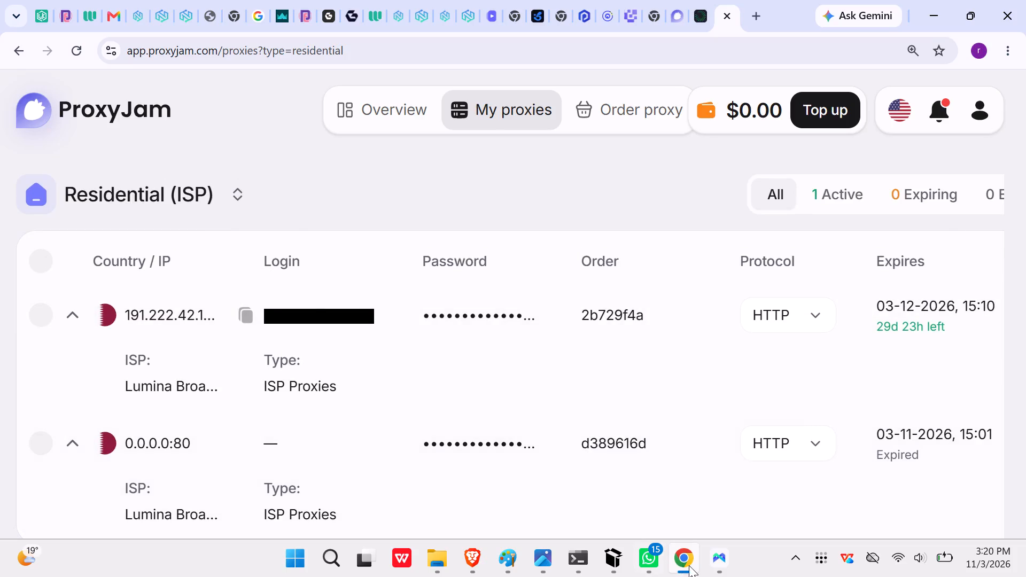
double_click(727, 564)
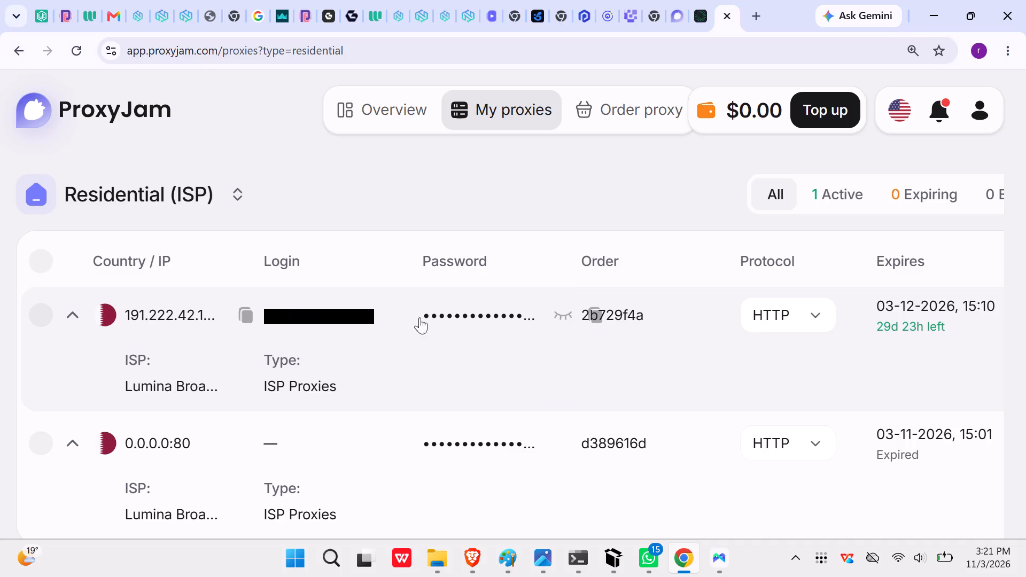
left_click(254, 317)
double_click(709, 562)
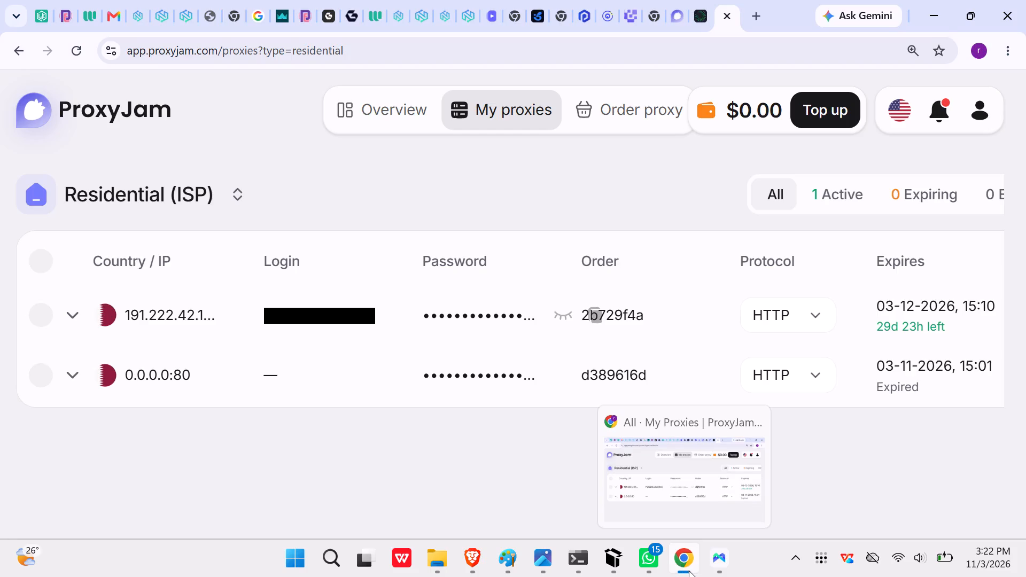
Return to MoreLogin and show the list of self-owned proxies.
left_click(689, 571)
left_click(689, 571)
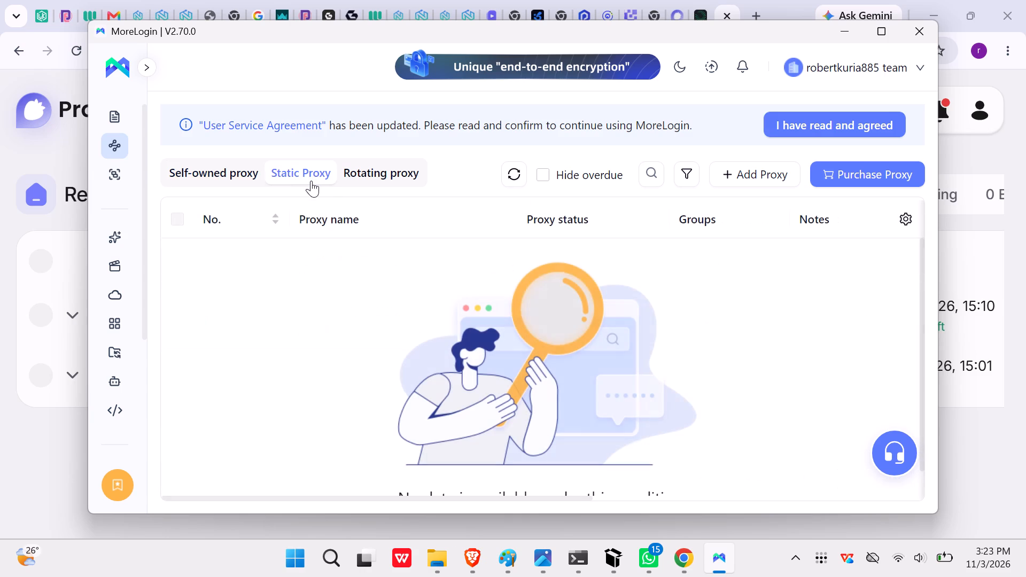
left_click(244, 170)
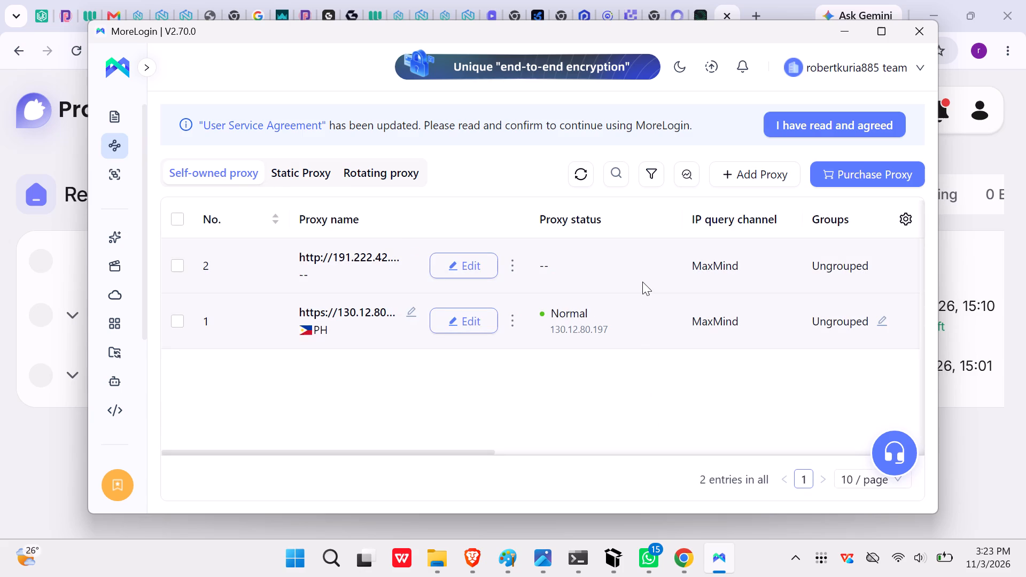
left_click(642, 282)
View the settings of the Philippine proxy 130.12.80.197:1337 in its edit form and close it without changes.
left_click(467, 323)
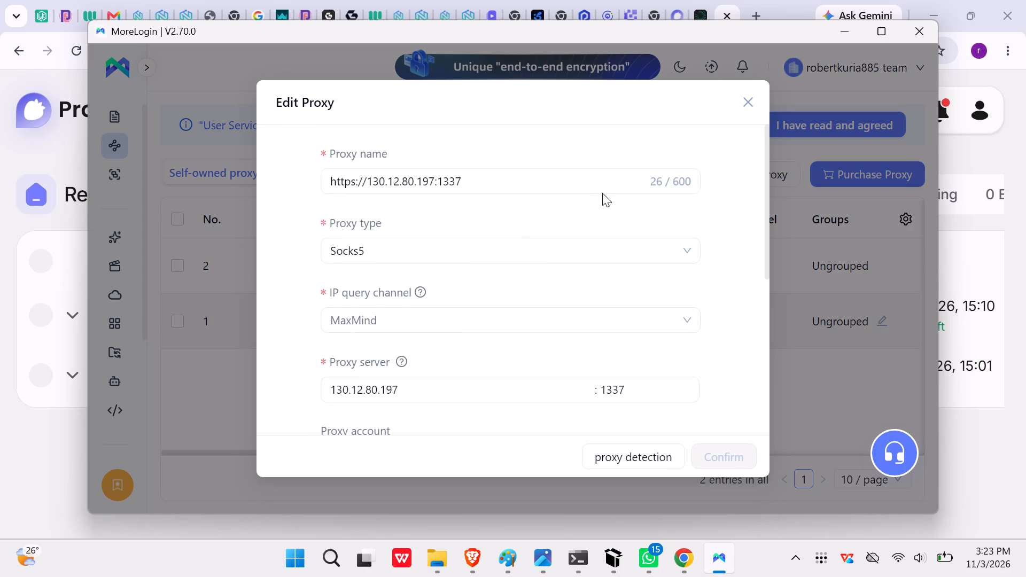
left_click(750, 104)
scroll(430, 293, "down", 2)
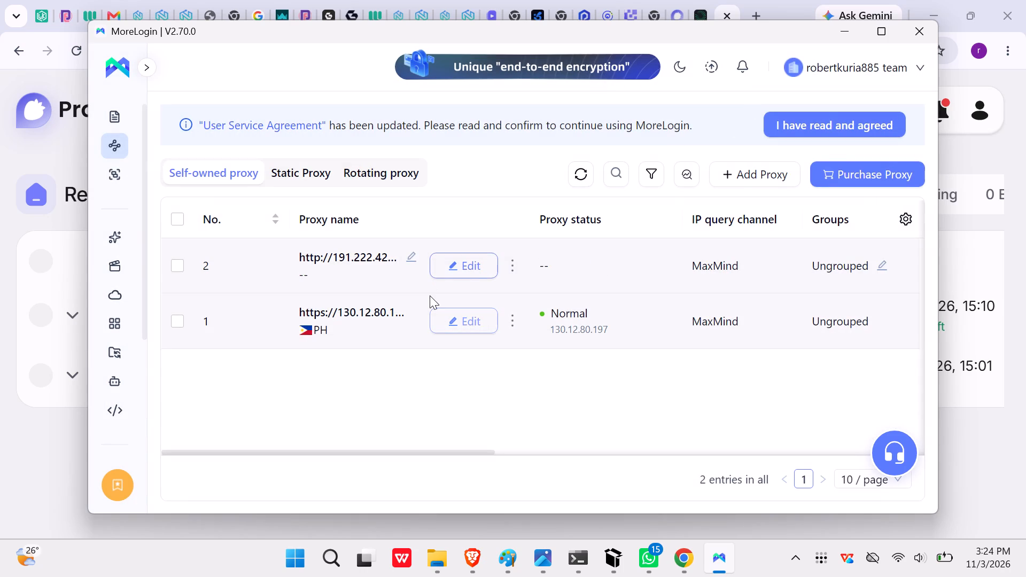
scroll(430, 296, "up", 4)
scroll(443, 268, "down", 3)
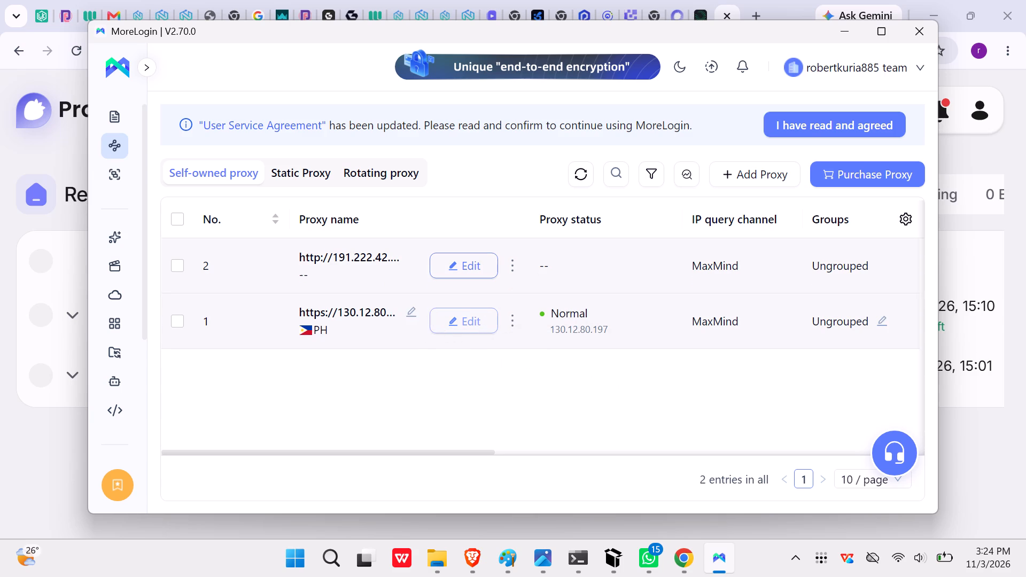
Check the connection of the HTTP proxy 191.222.42.123:44840 with proxy detection from its edit form and save it.
left_click(331, 268)
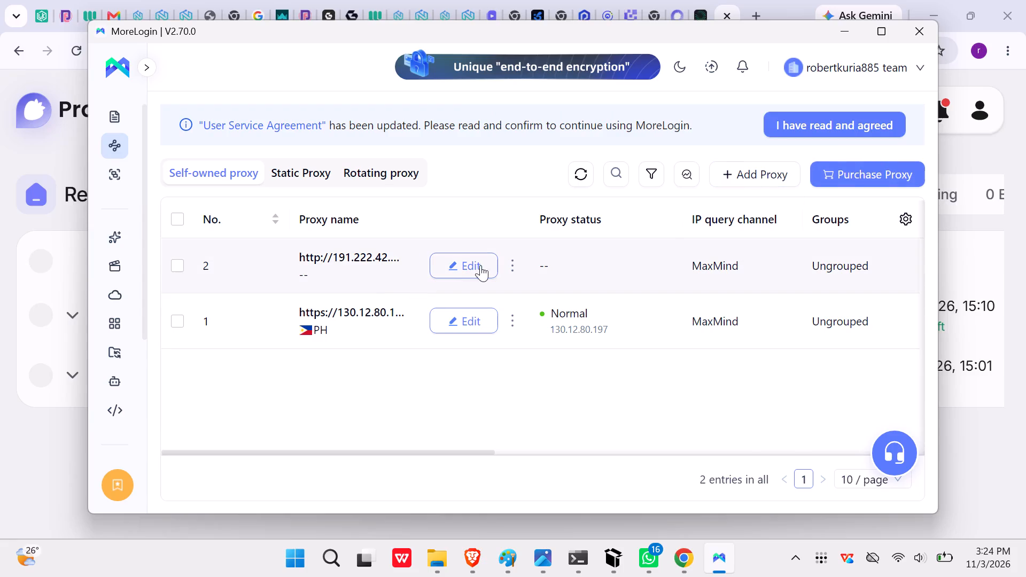
left_click(460, 271)
scroll(447, 264, "down", 1)
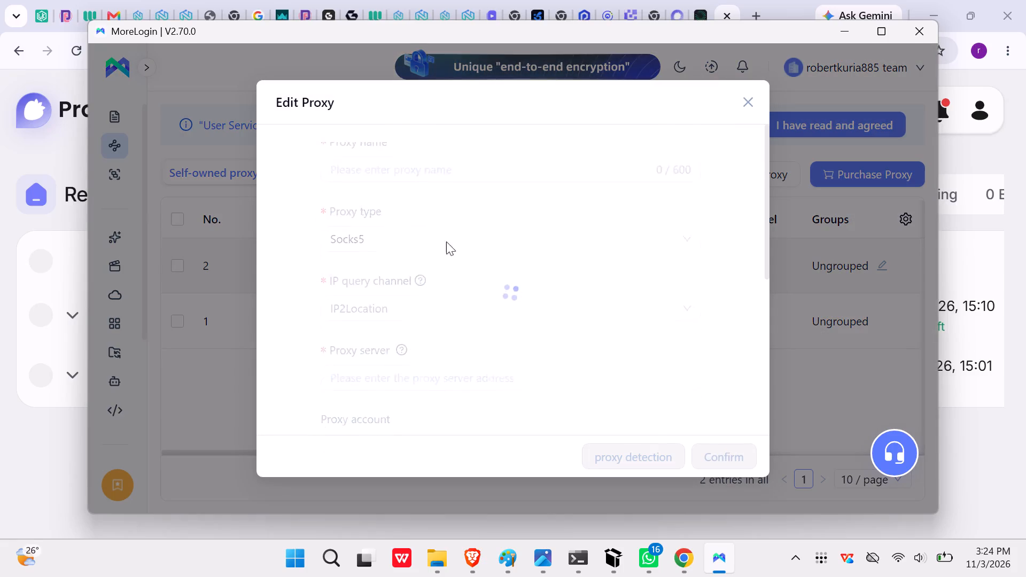
scroll(449, 253, "down", 2)
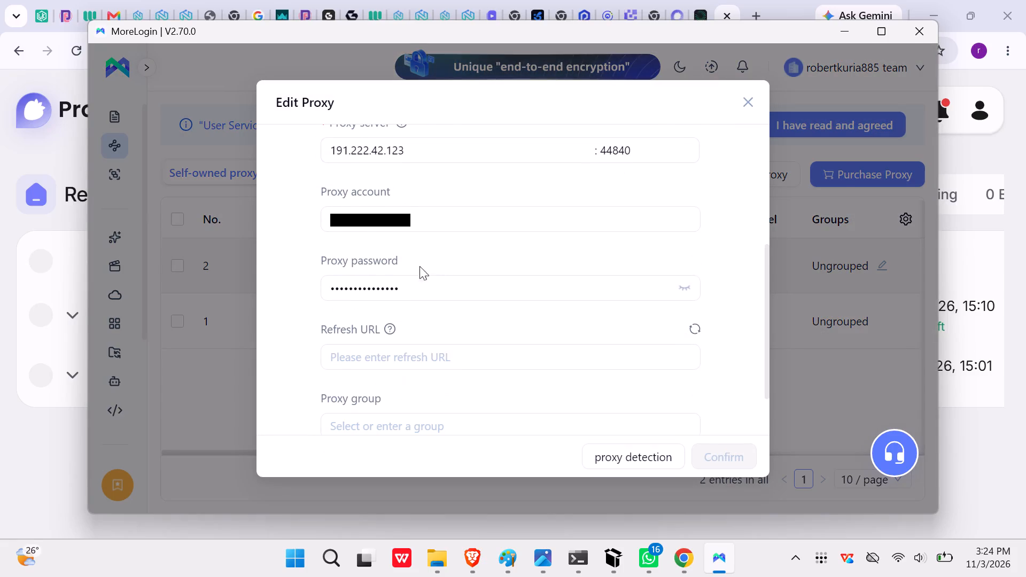
scroll(417, 272, "down", 5)
scroll(415, 273, "up", 1)
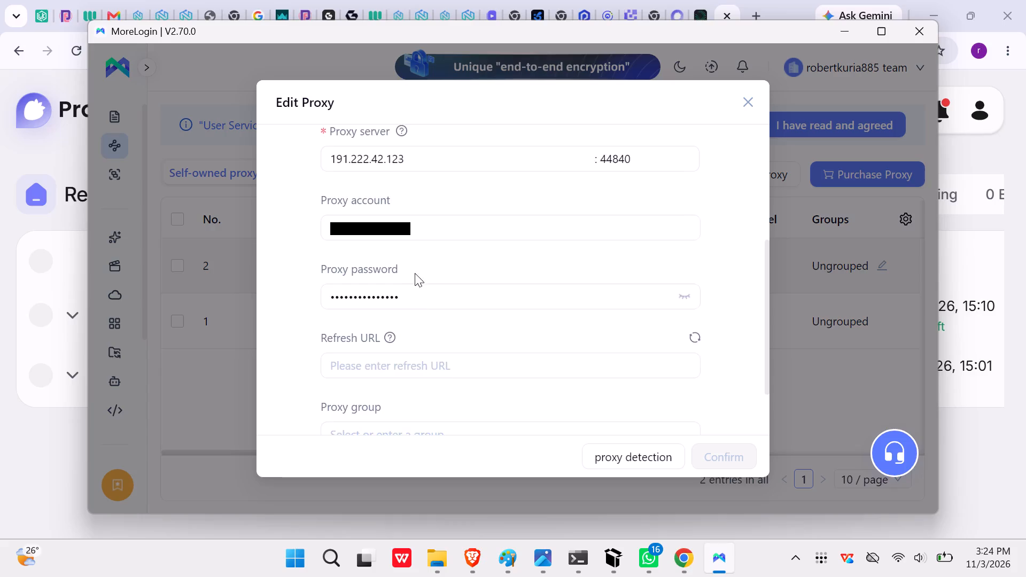
scroll(415, 273, "up", 2)
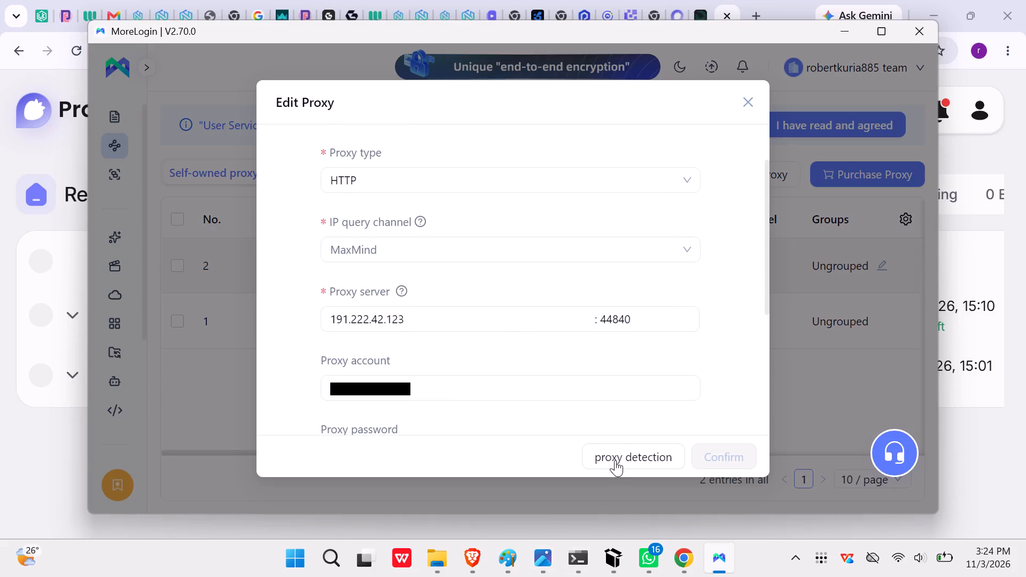
left_click(615, 460)
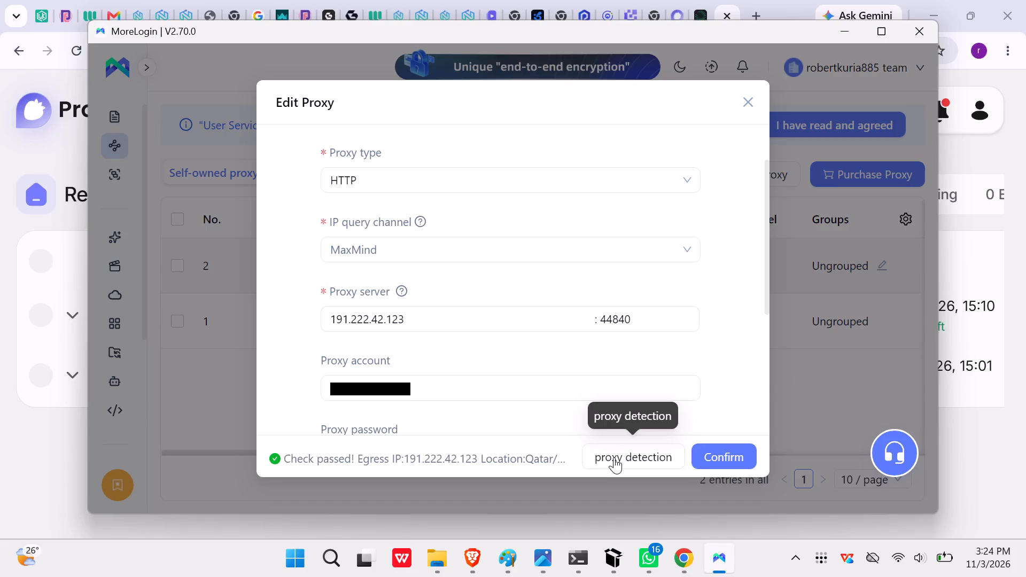
left_click(735, 461)
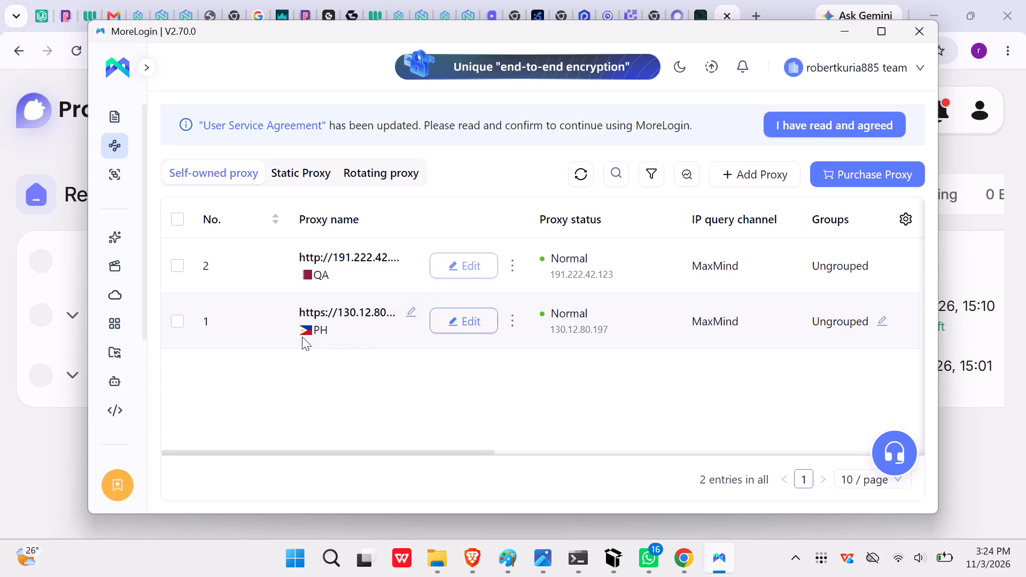
Select the Qatar proxy 191.222.42.123 in the self-owned proxy list.
left_click(176, 262)
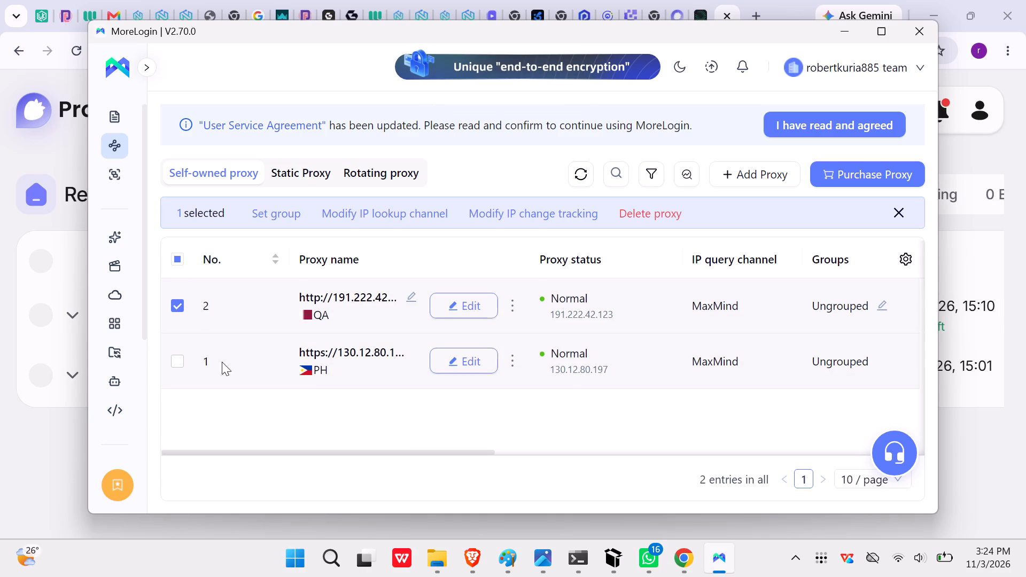
left_click(669, 296)
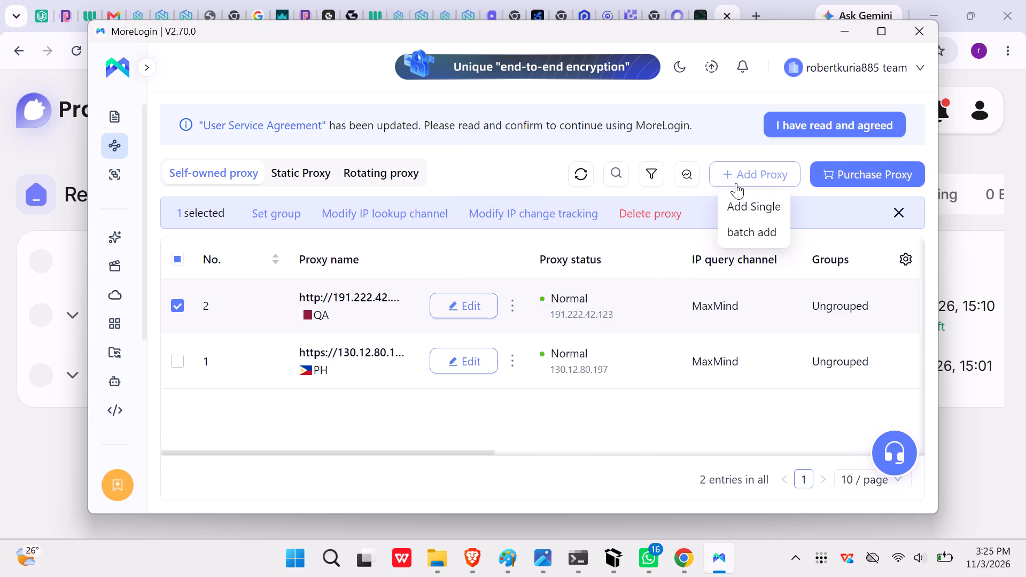
Minimize MoreLogin and both browser windows, and bring MoreLogin back over the desktop.
left_click(856, 28)
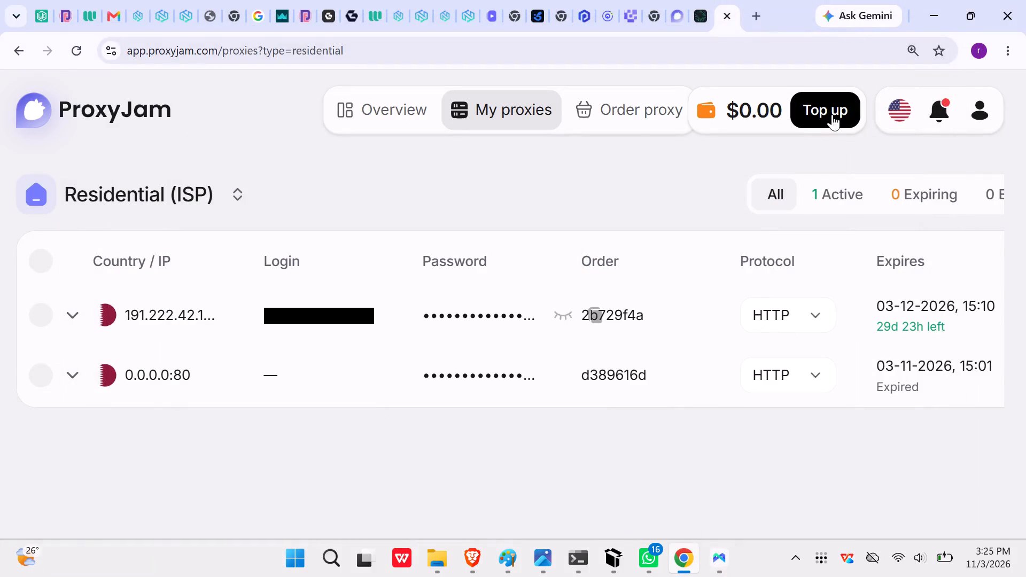
left_click(928, 15)
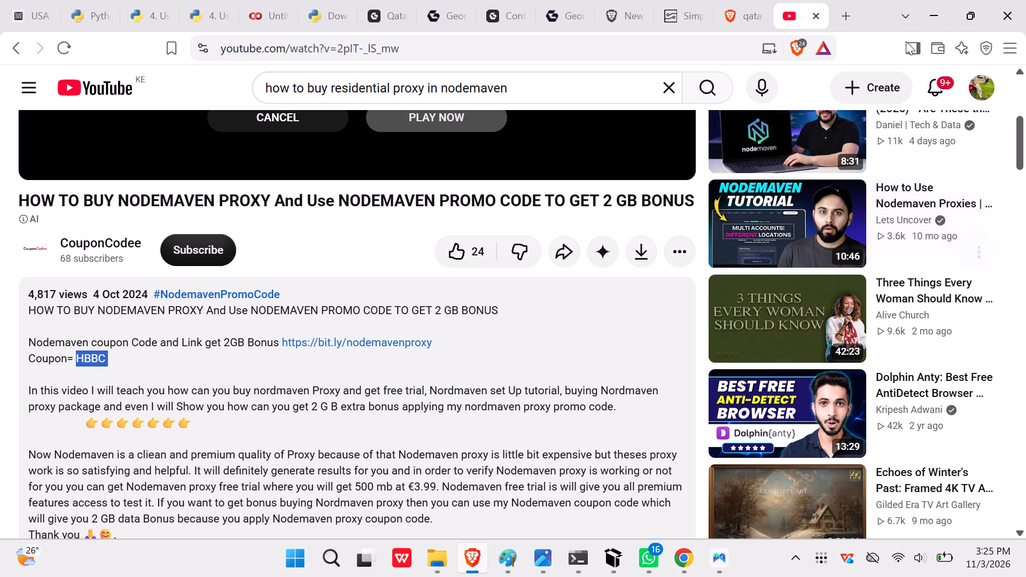
left_click(921, 4)
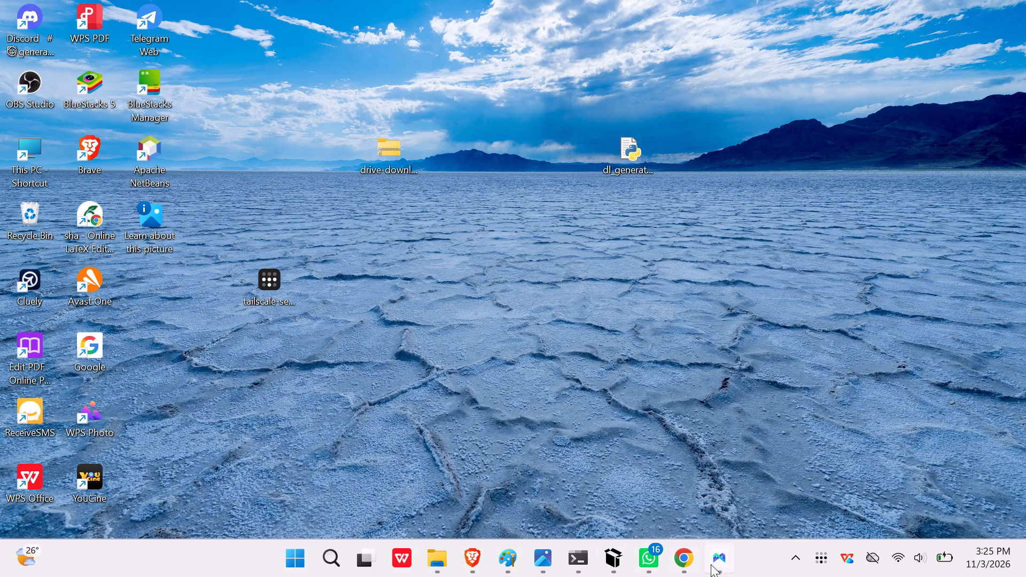
double_click(709, 562)
left_click(709, 562)
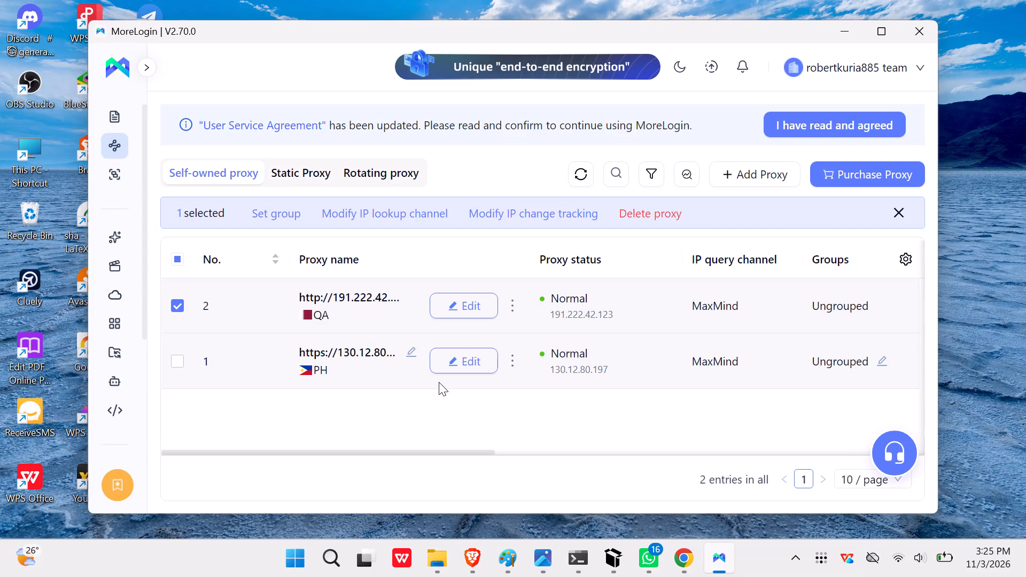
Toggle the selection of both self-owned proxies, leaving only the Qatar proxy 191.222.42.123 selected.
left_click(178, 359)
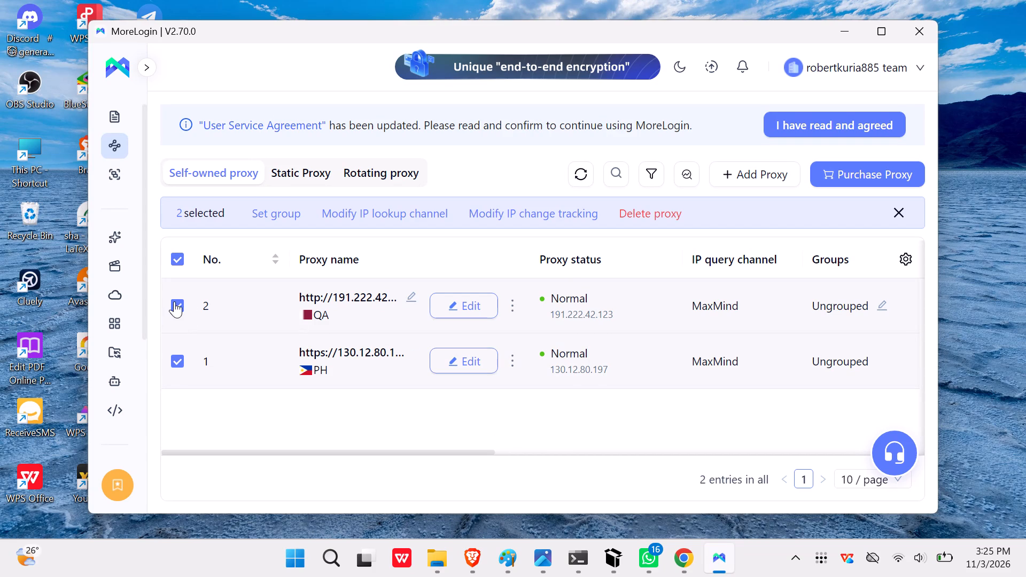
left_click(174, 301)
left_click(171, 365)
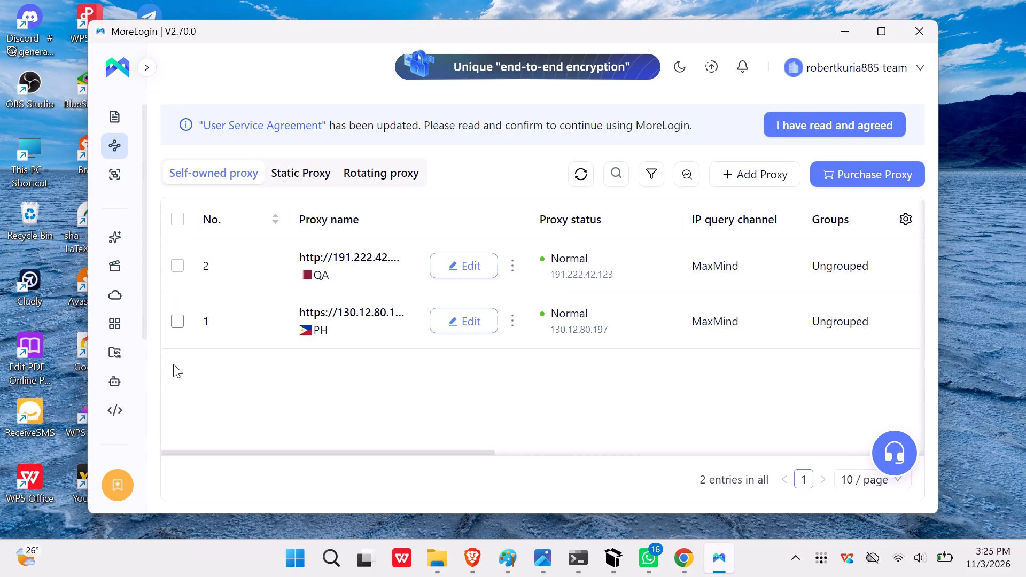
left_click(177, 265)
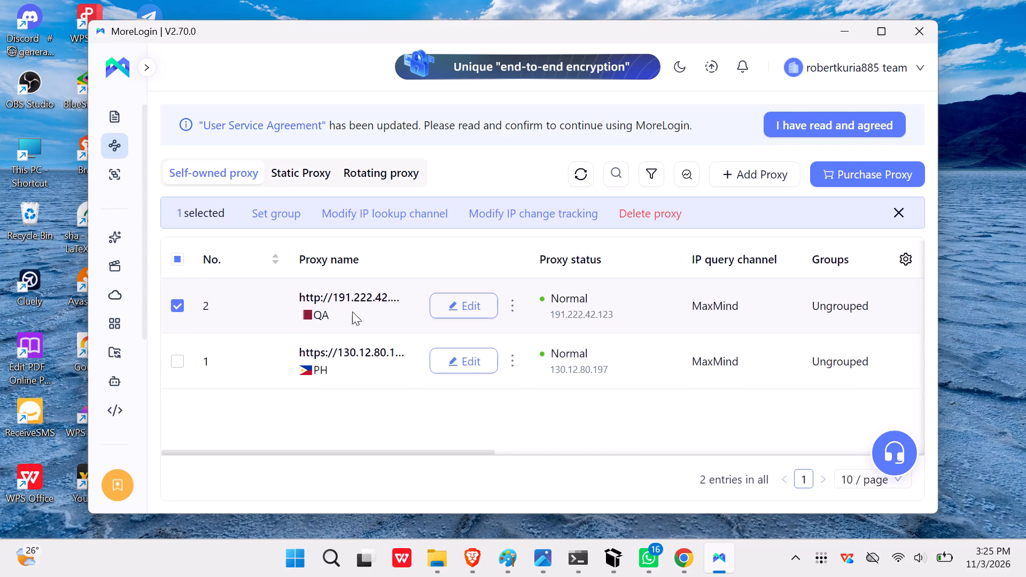
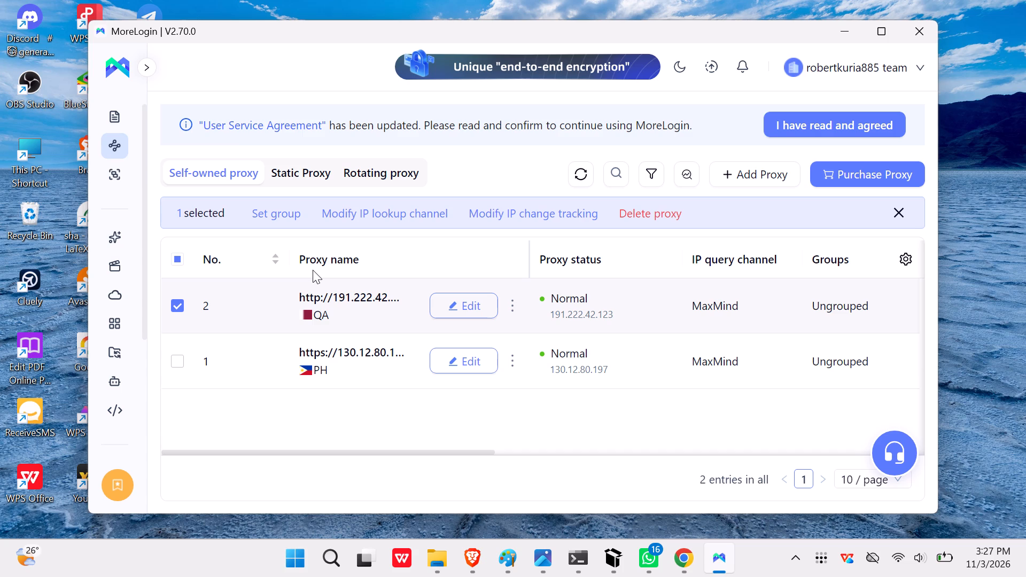
Launch browser profile P-2 from the profile list to check its IP address and location, and close its browser window.
left_click(120, 116)
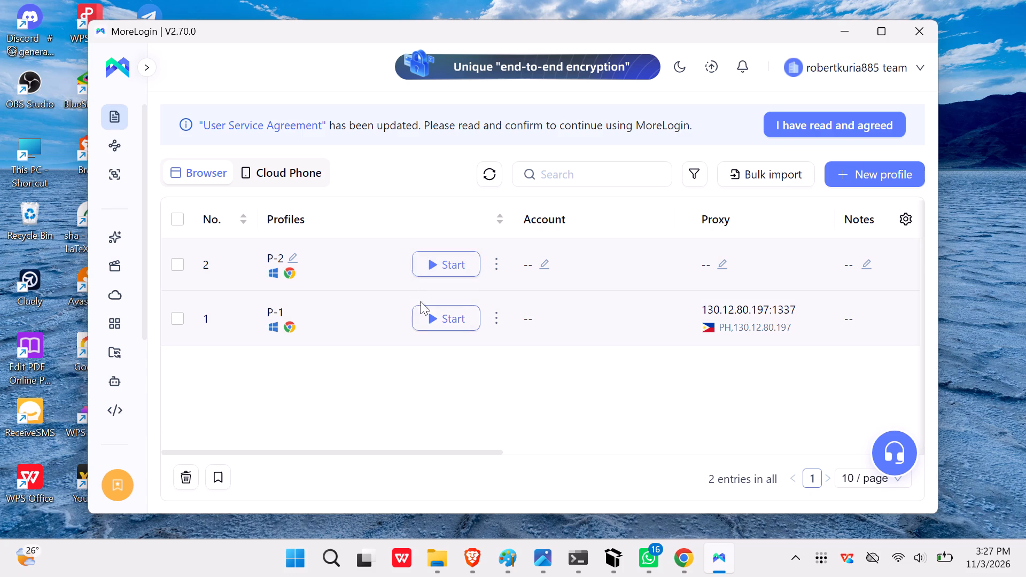
scroll(421, 326, "down", 2)
scroll(421, 334, "up", 2)
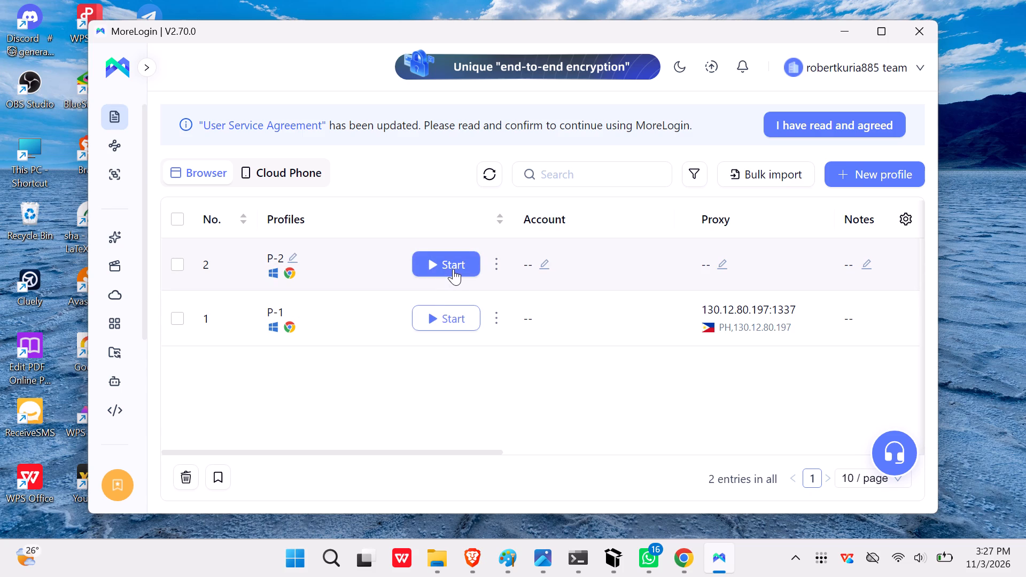
left_click(453, 268)
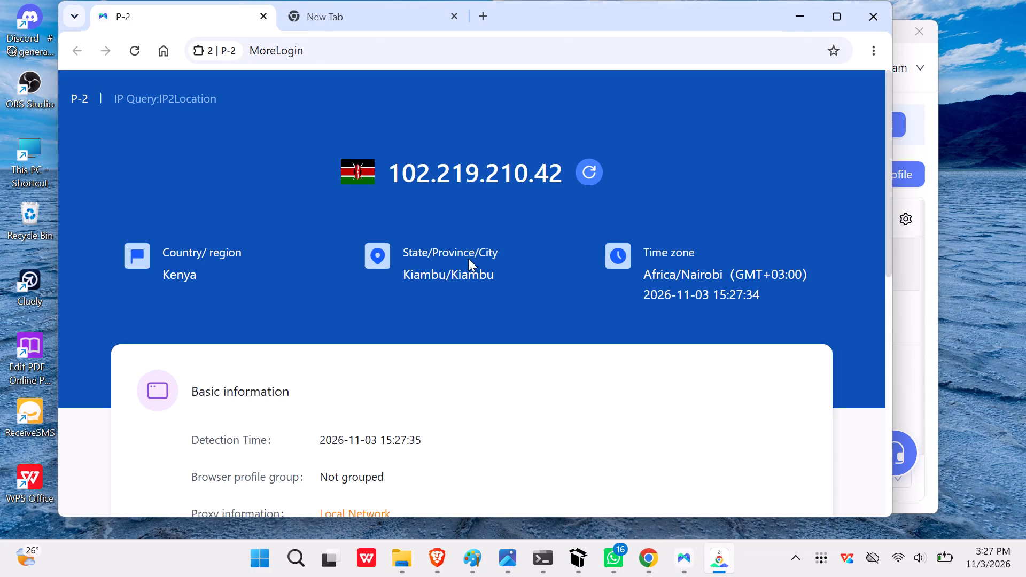
left_click(870, 14)
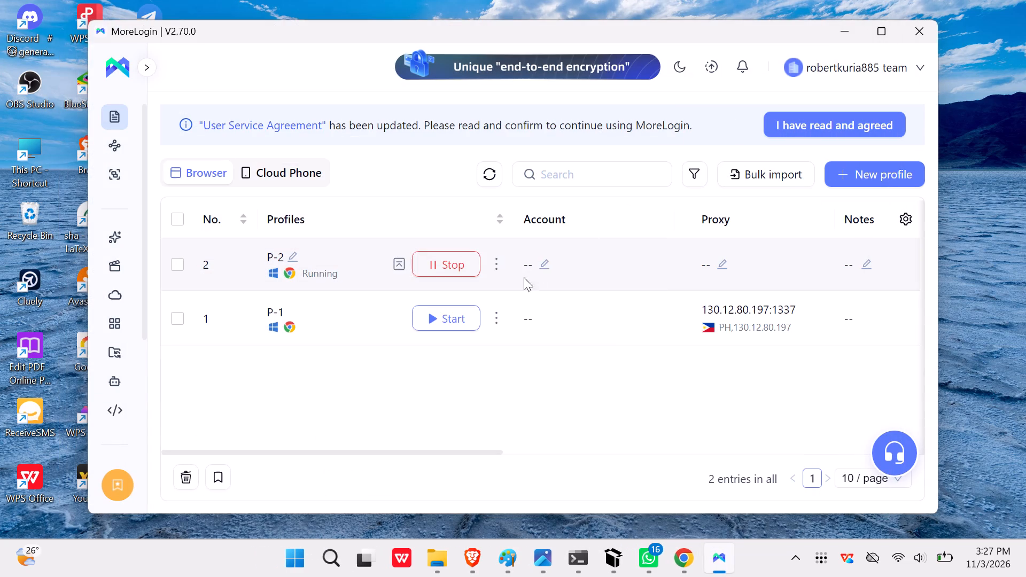
Return from the browser profiles to the list of self-owned proxies.
scroll(510, 297, "down", 2)
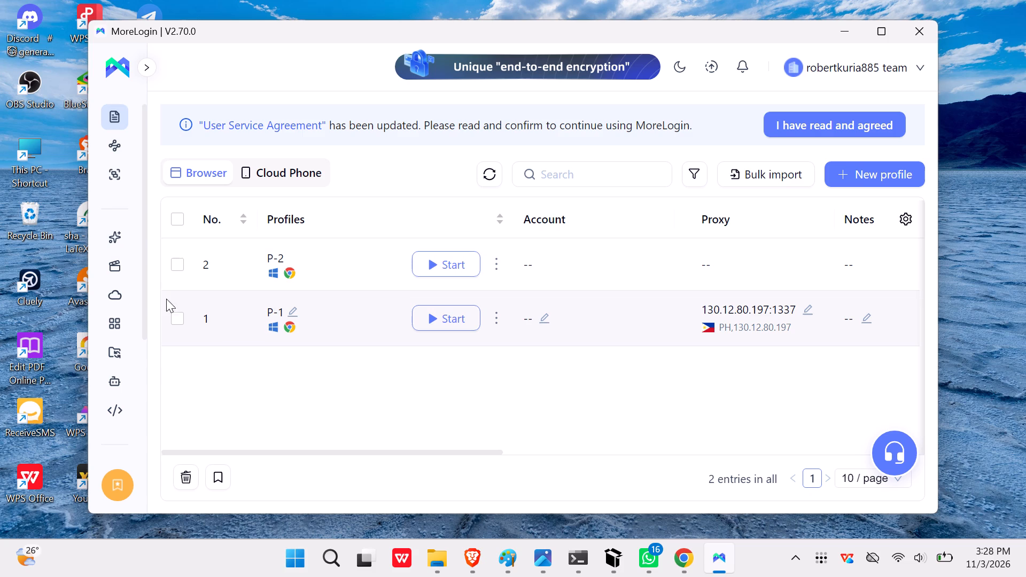
left_click(118, 71)
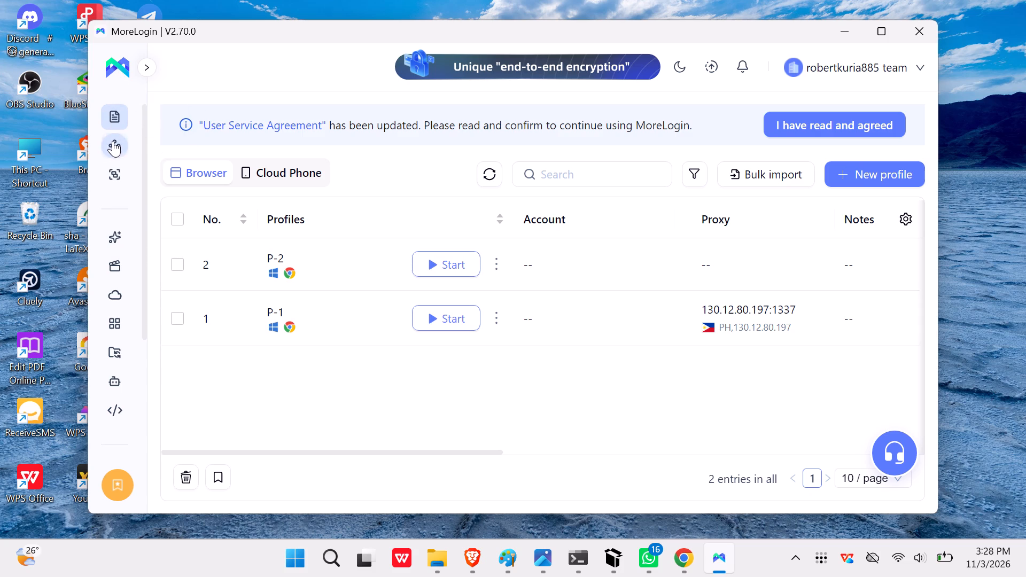
left_click(114, 142)
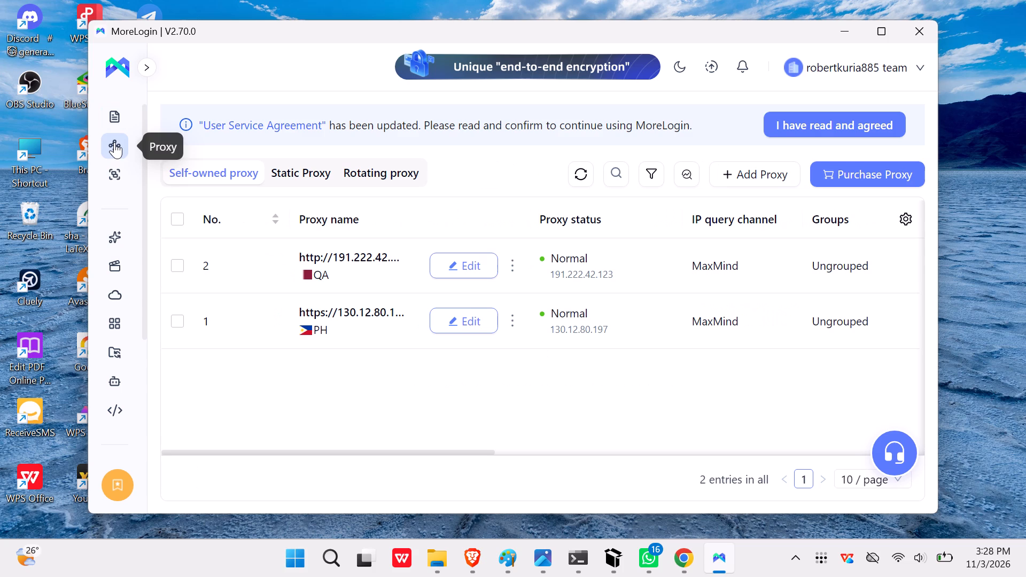
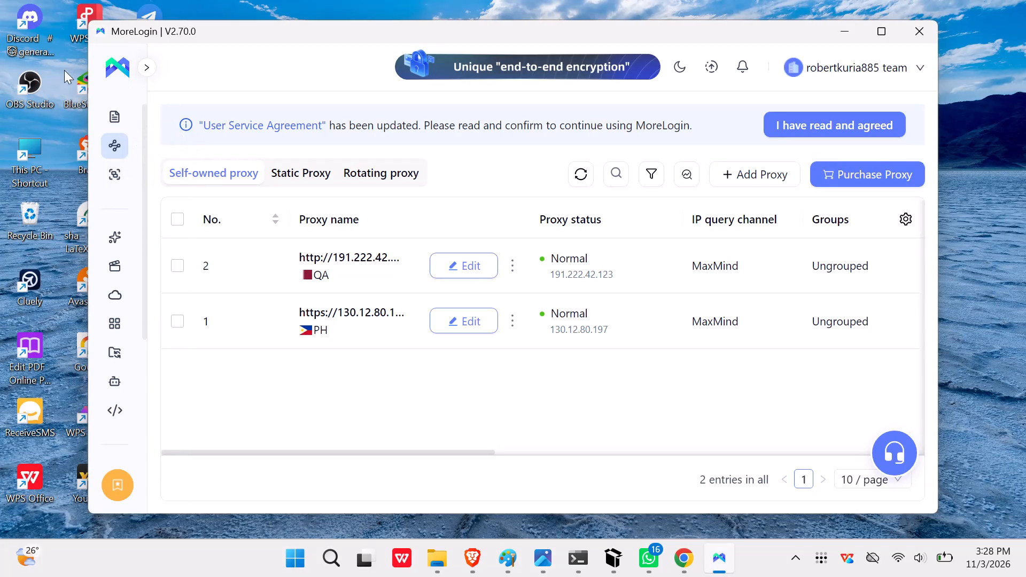
Return from the self-owned proxies to the list of browser profiles.
left_click(120, 123)
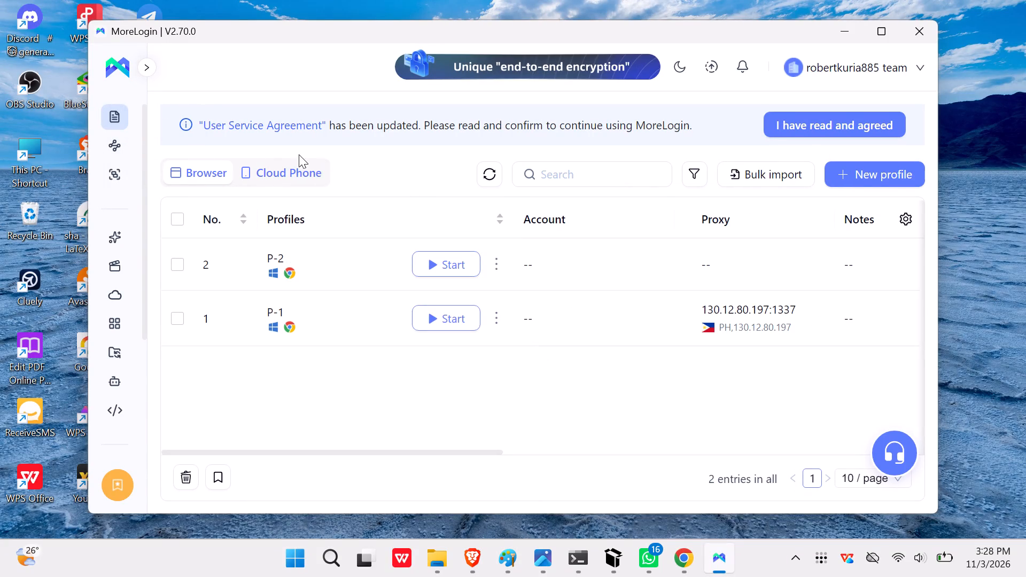
right_click(529, 272)
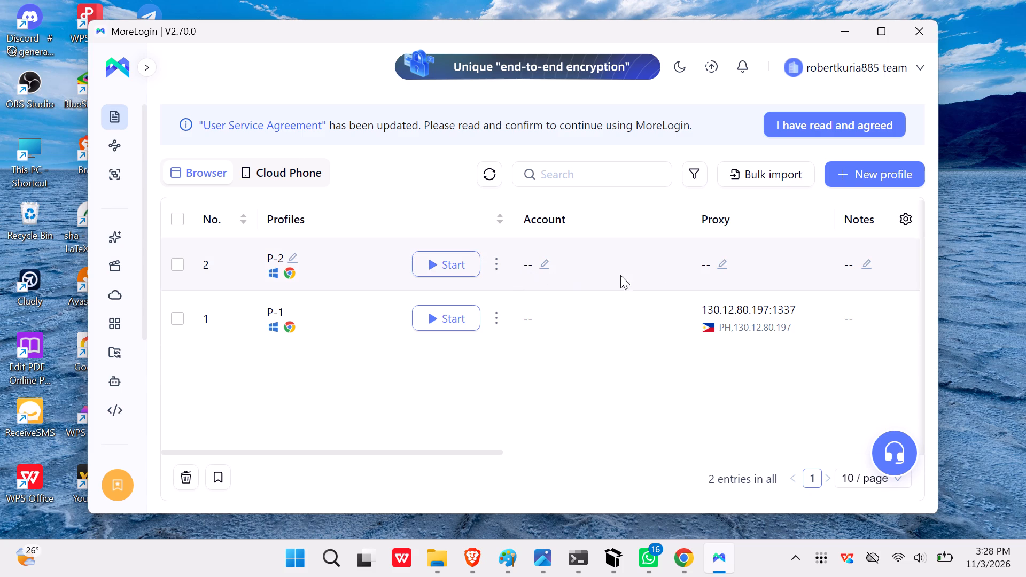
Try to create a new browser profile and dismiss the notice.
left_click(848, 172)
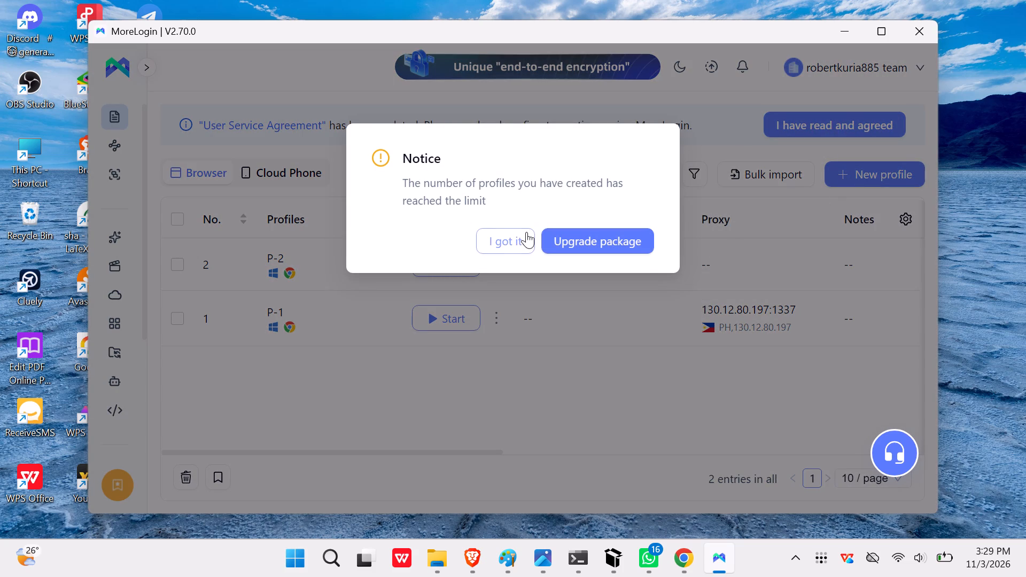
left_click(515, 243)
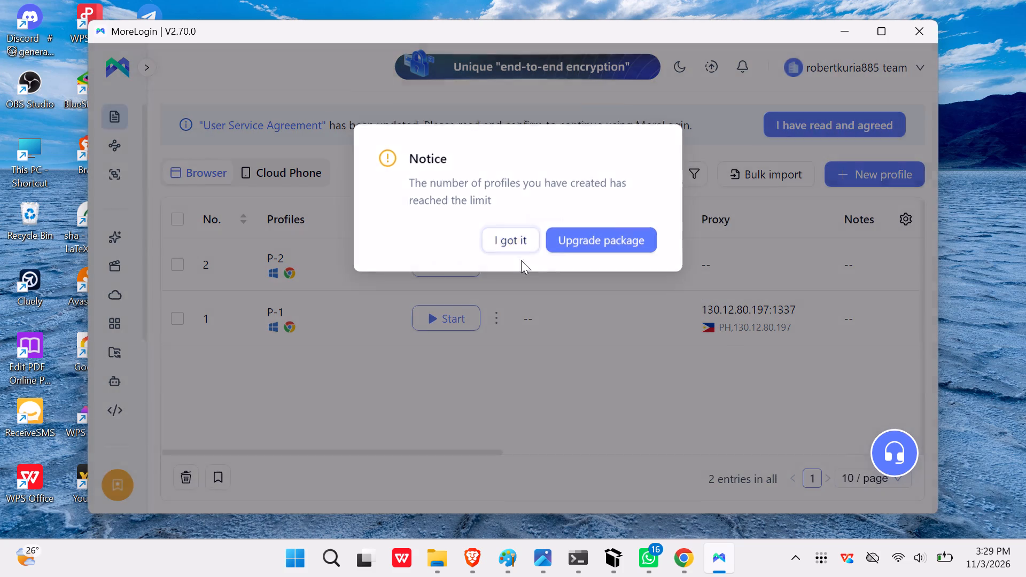
Select browser profile P-2 in the profile list and try to open its available actions.
right_click(461, 268)
right_click(549, 270)
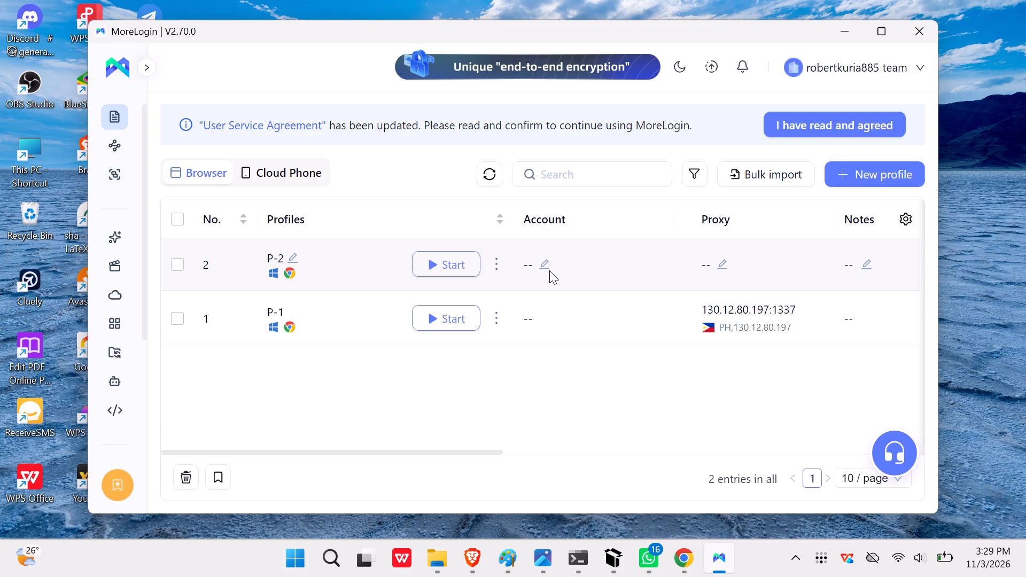
left_click(176, 262)
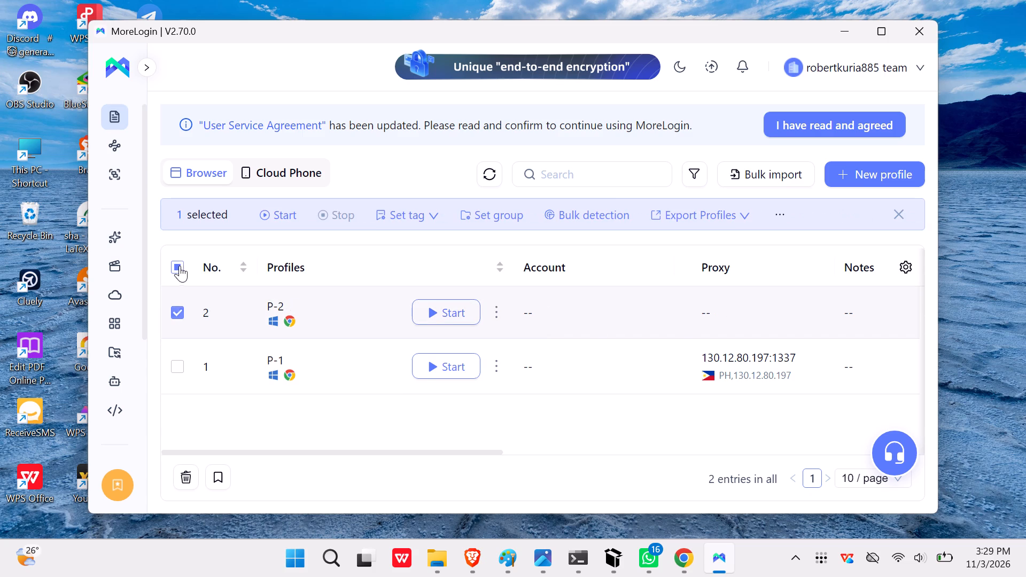
right_click(360, 337)
right_click(361, 322)
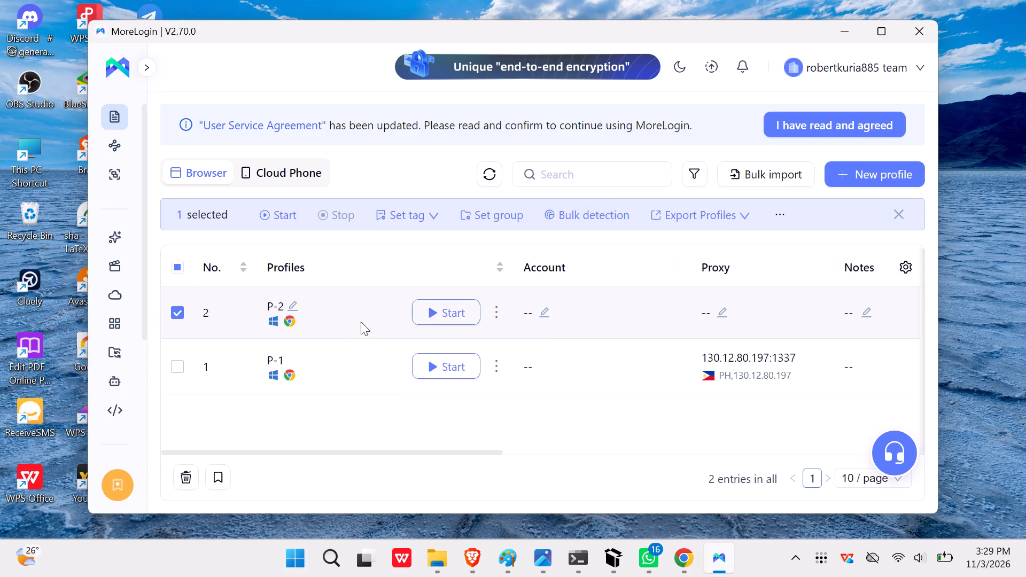
right_click(361, 322)
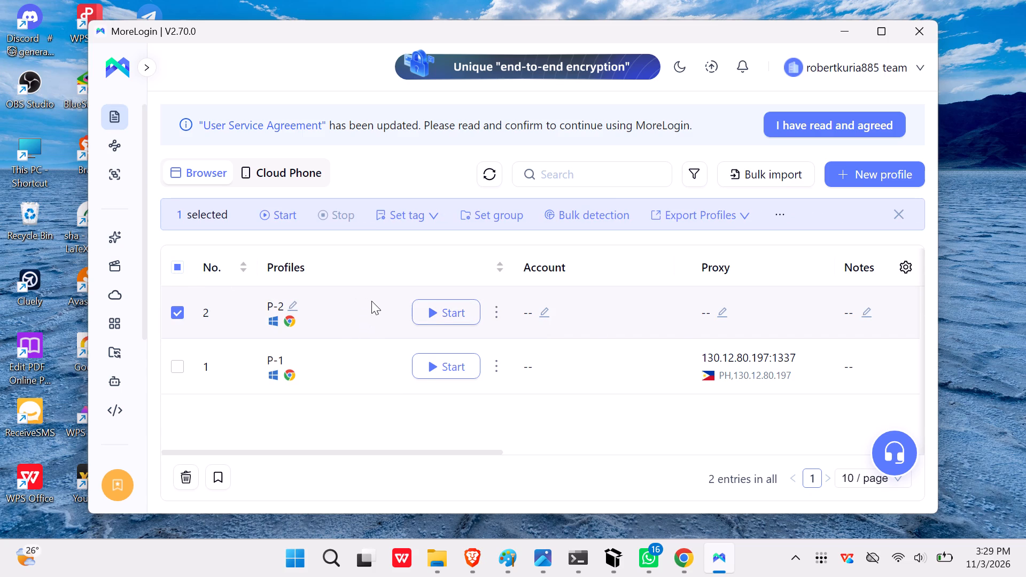